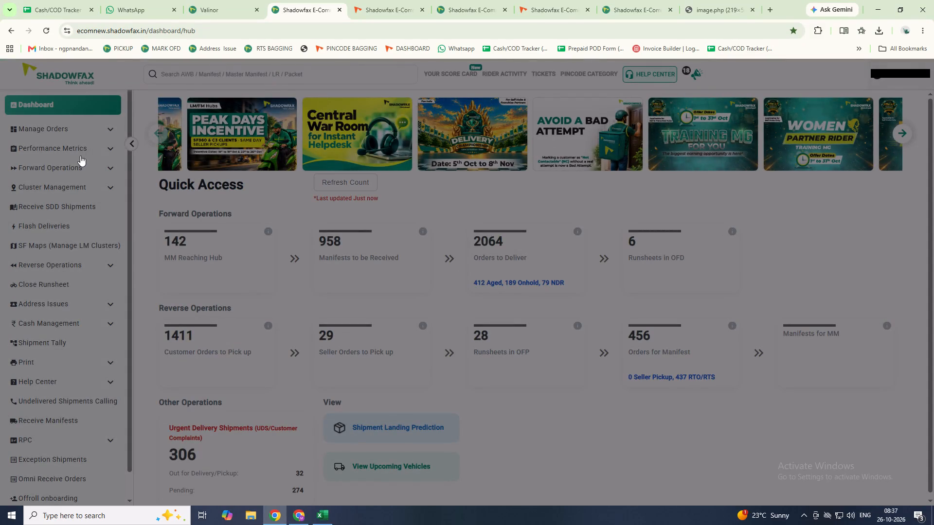
Expand the Performance Metrics section and refresh the Quick Access counts on the hub dashboard.
click(86, 151)
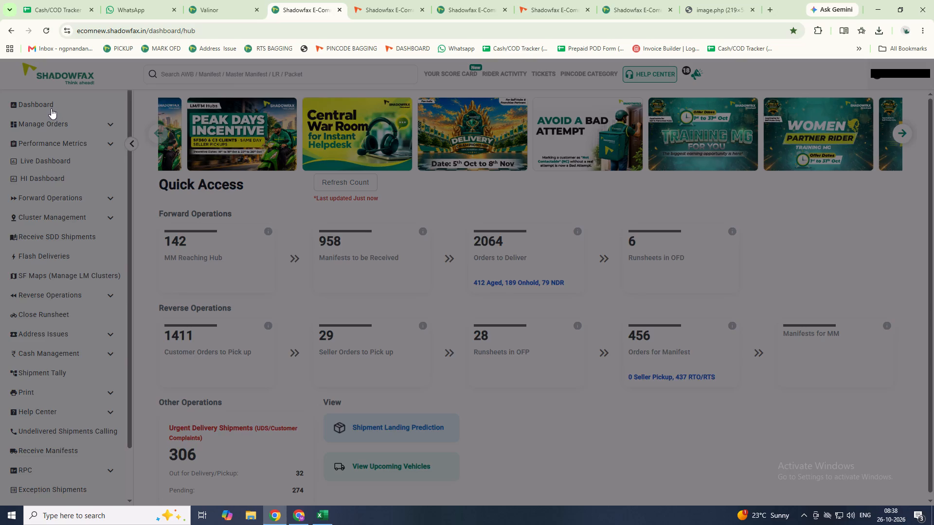
triple_click(357, 183)
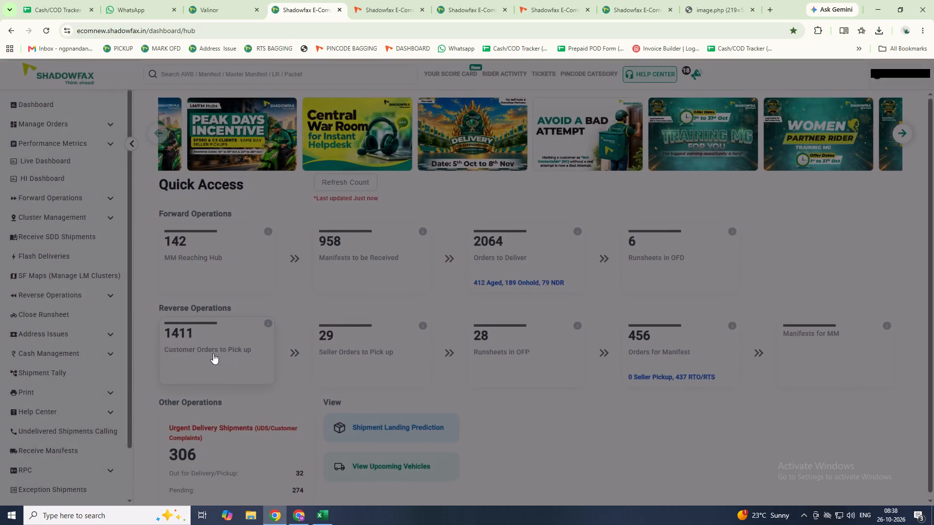
List the manifests to be received from DC and open the receiving page for manifest DcHub-F1E4A798 from Nagpur DC.
click(368, 259)
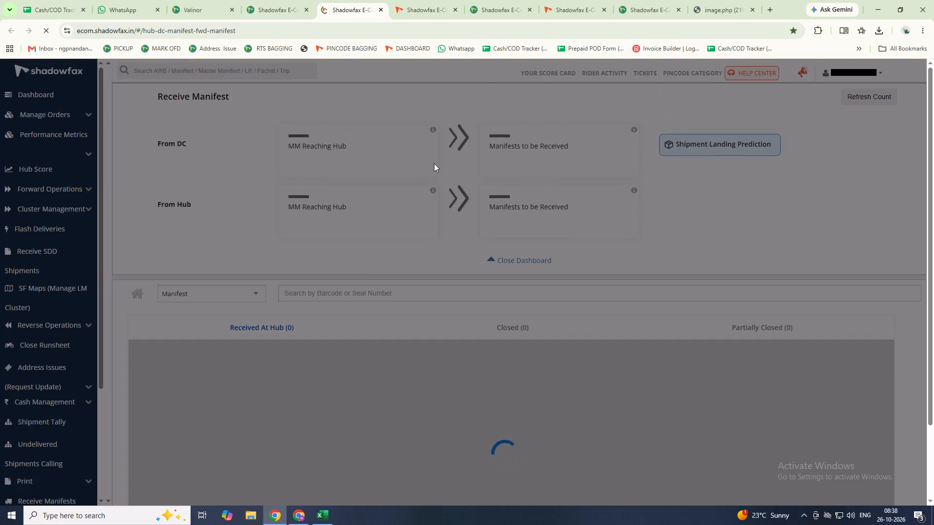
click(540, 146)
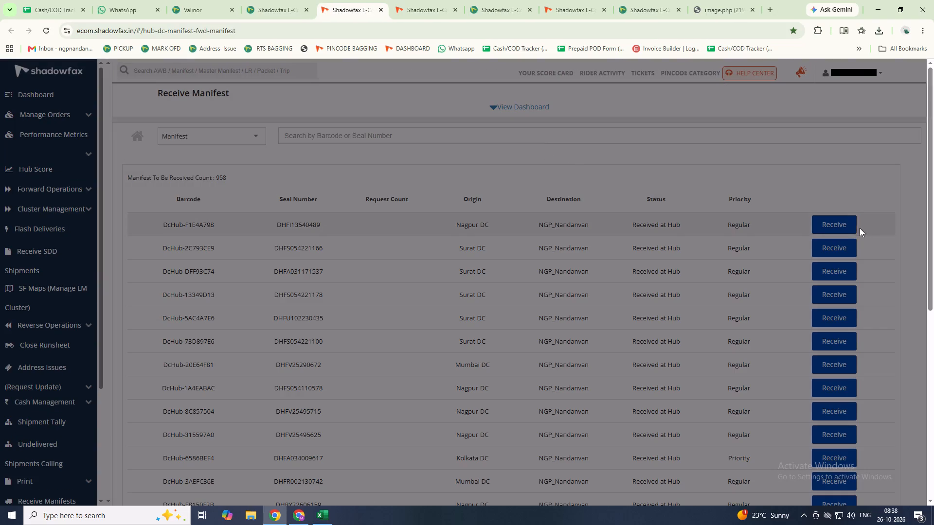
click(844, 221)
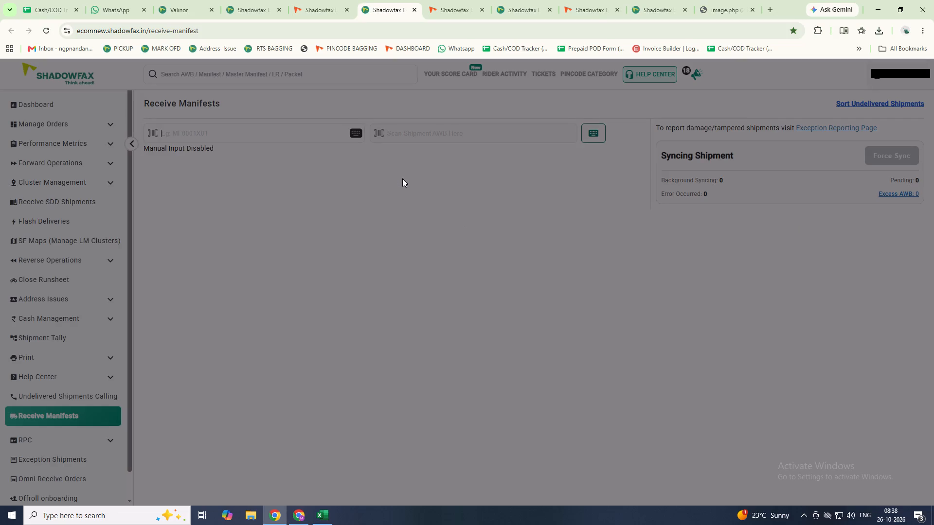
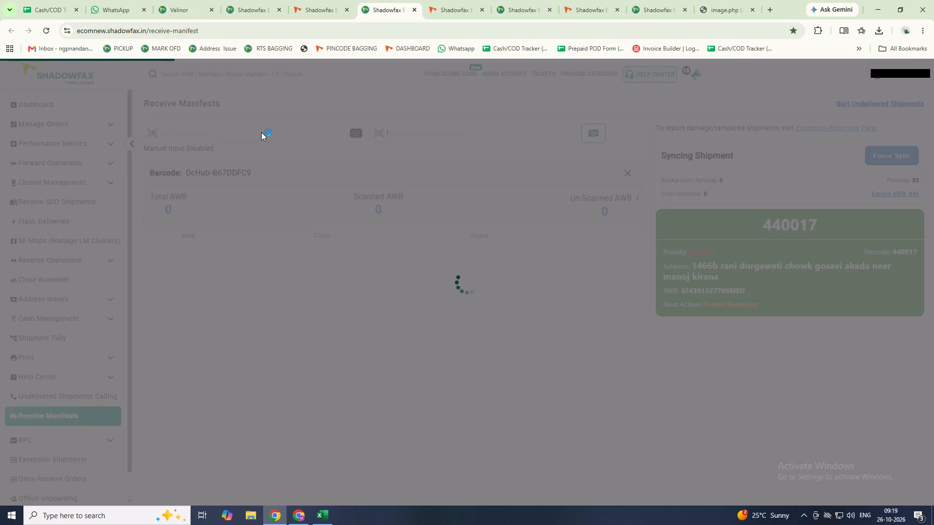
Activate the portal's AWB / Manifest / Master Manifest / LR / Packet search field for a new lookup.
click(308, 66)
click(300, 83)
click(300, 80)
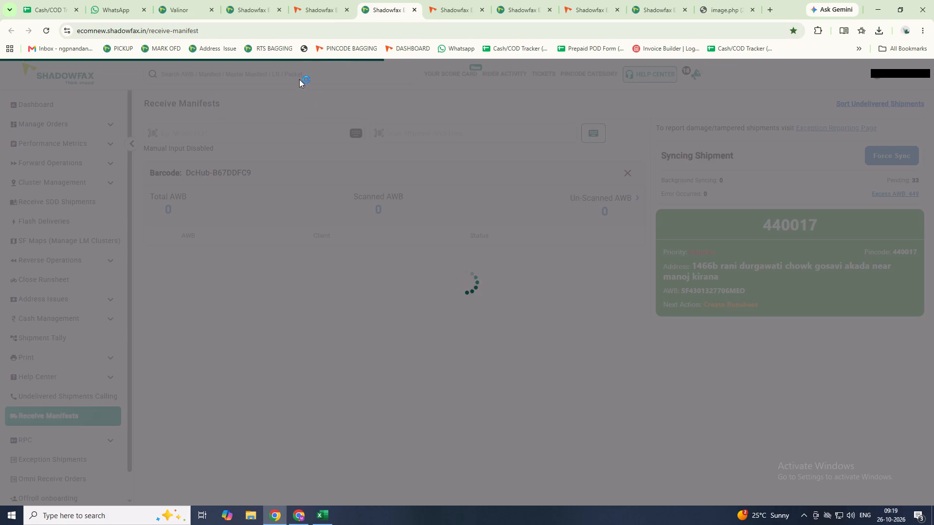
triple_click(297, 72)
click(291, 75)
click(289, 86)
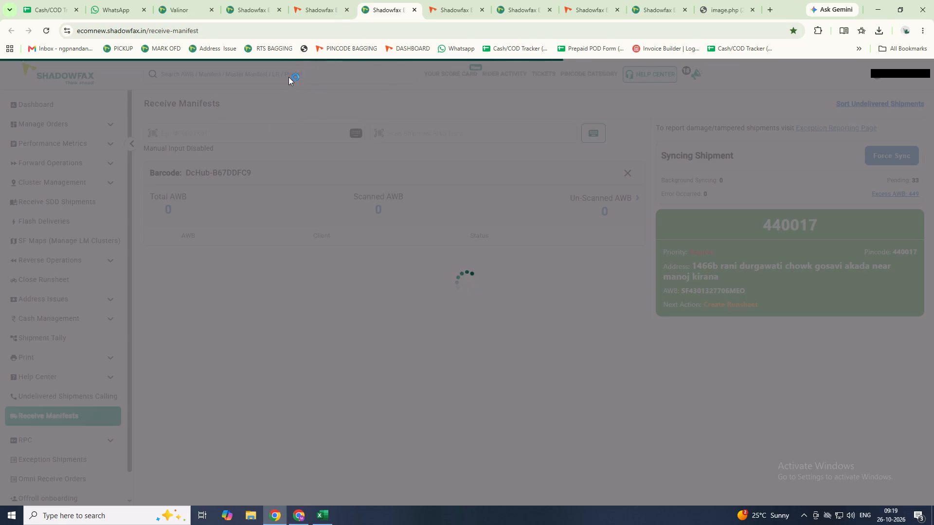
click(264, 72)
click(263, 74)
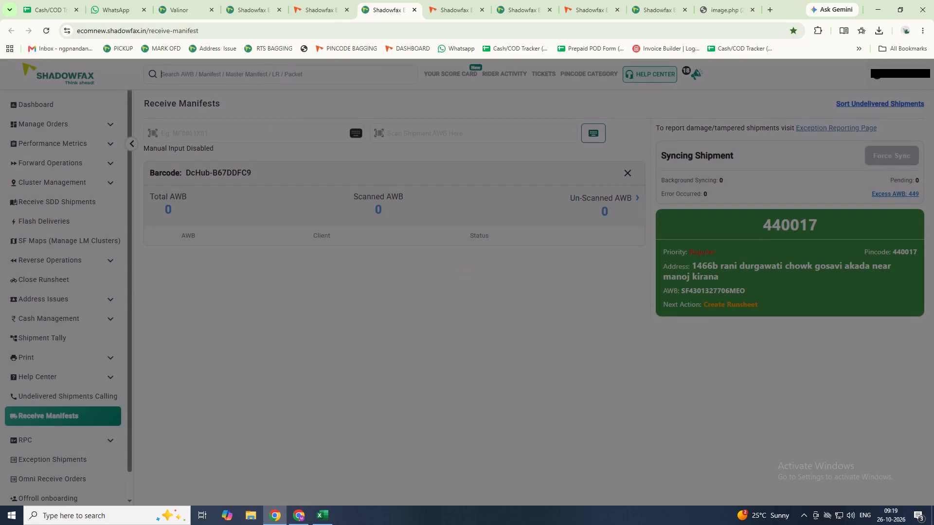